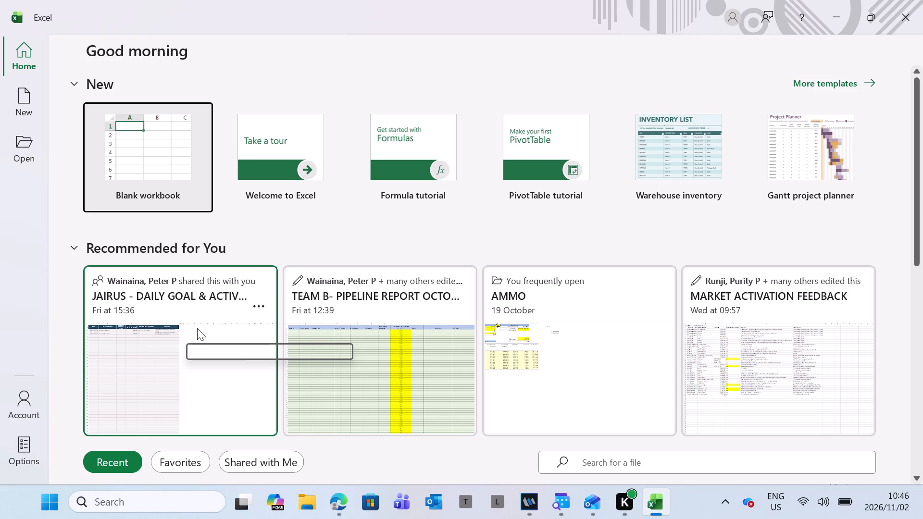
Open the shared workbook "JAIRUS - DAILY GOAL & ACTIVITY PLANNER" from the recommended files.
scroll(668, 309, "left", 2)
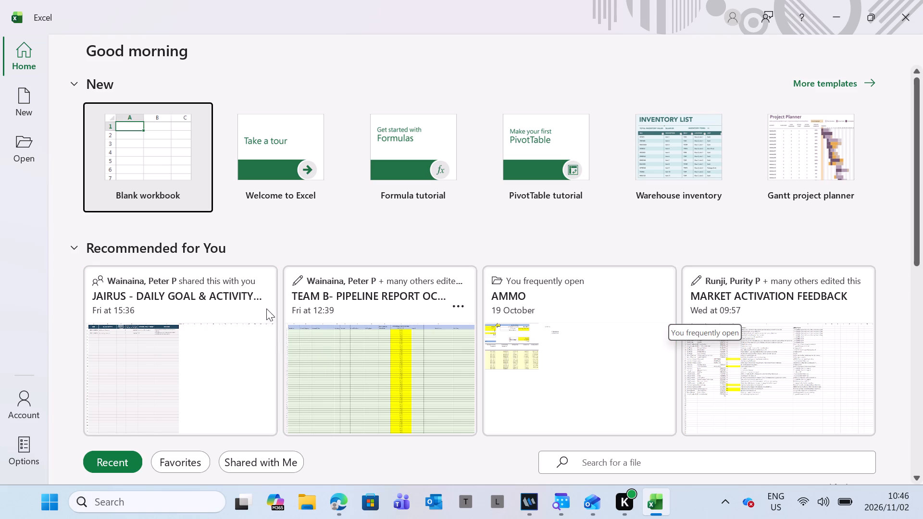
left_click(198, 344)
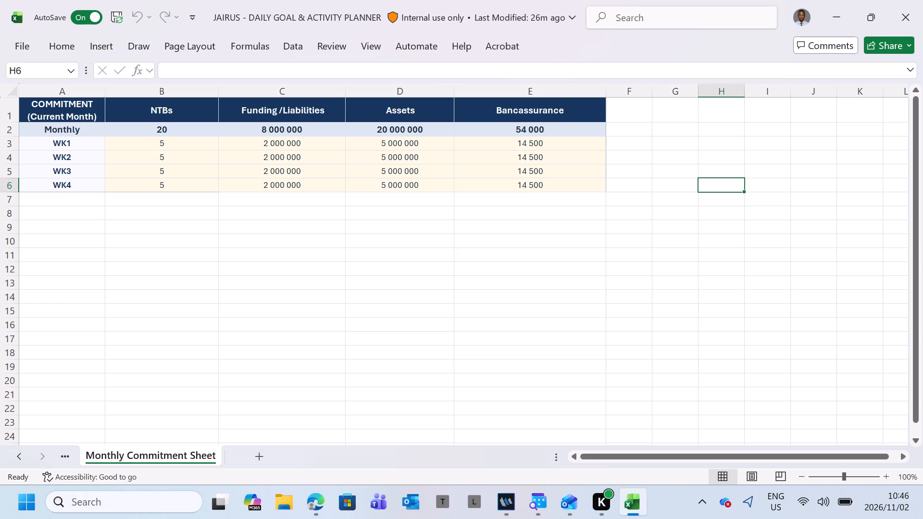
Compare the Daily Activity Sheet with the Monthly Commitment Sheet, ending on the Daily Activity Sheet.
left_click(70, 455)
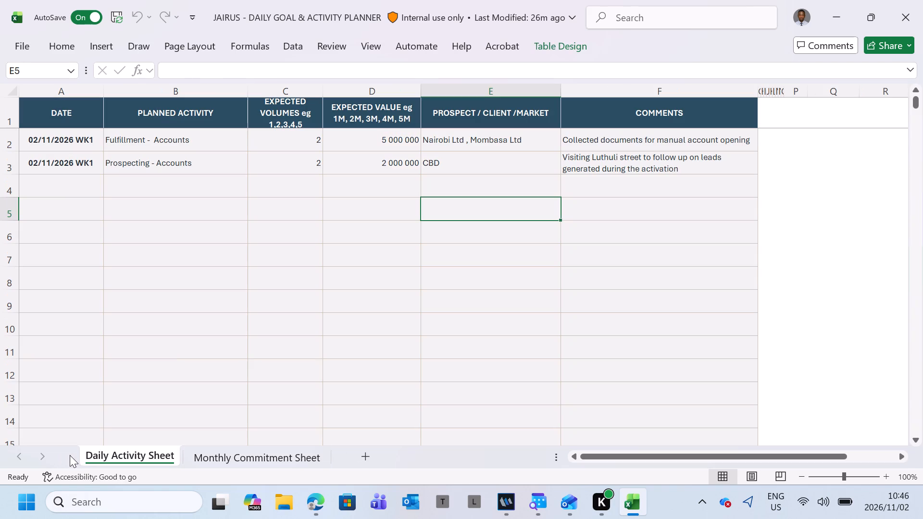
left_click(112, 449)
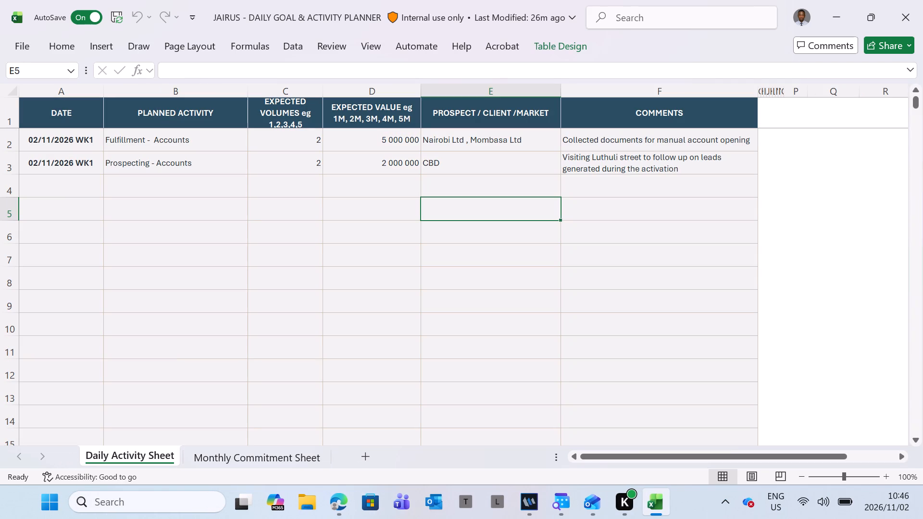
left_click(249, 453)
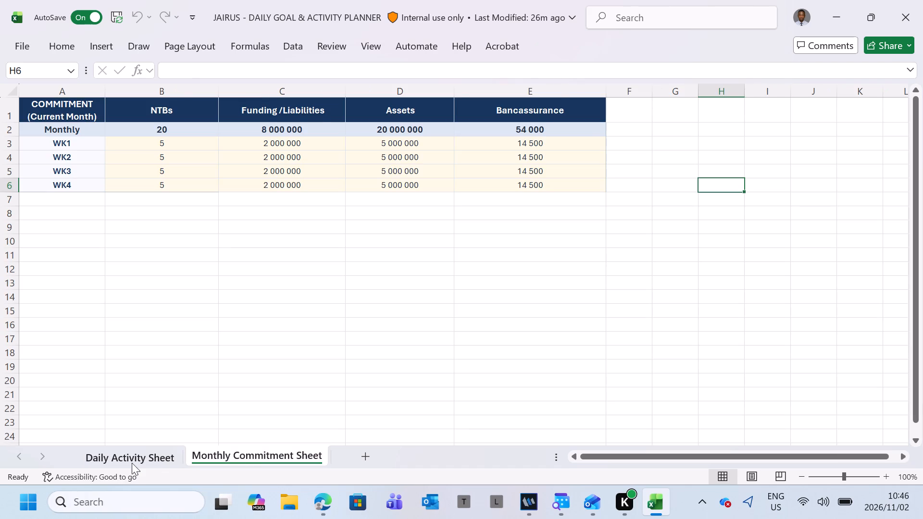
left_click(141, 453)
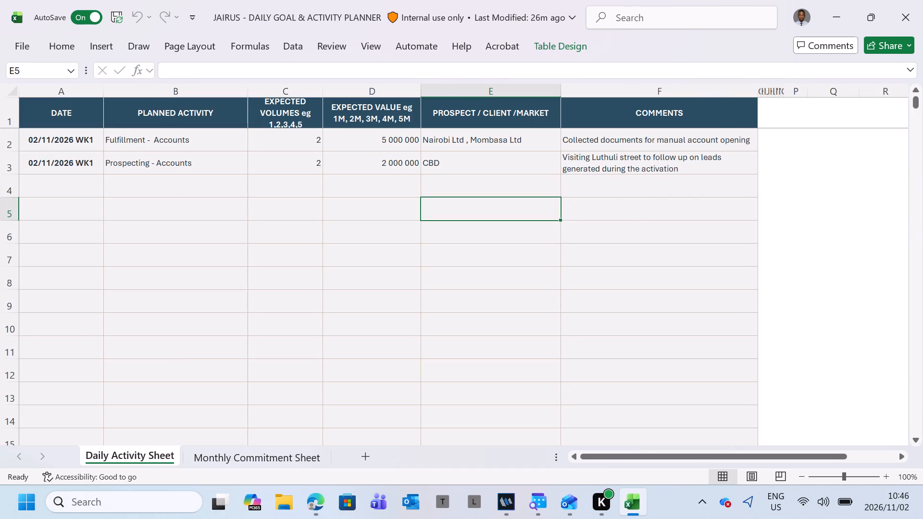
scroll(288, 235, "up", 1)
Change the expected volume of the Fulfillment - Accounts activity in row 2 to "2 ntbs".
left_click(282, 138)
left_click(282, 138)
double_click(282, 138)
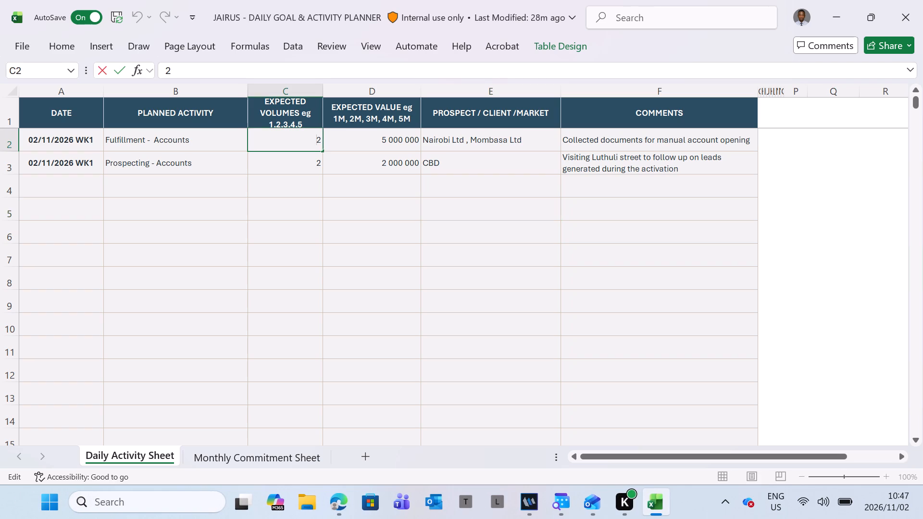
key("BackSpace")
key("Right")
key("space")
type("ntbs")
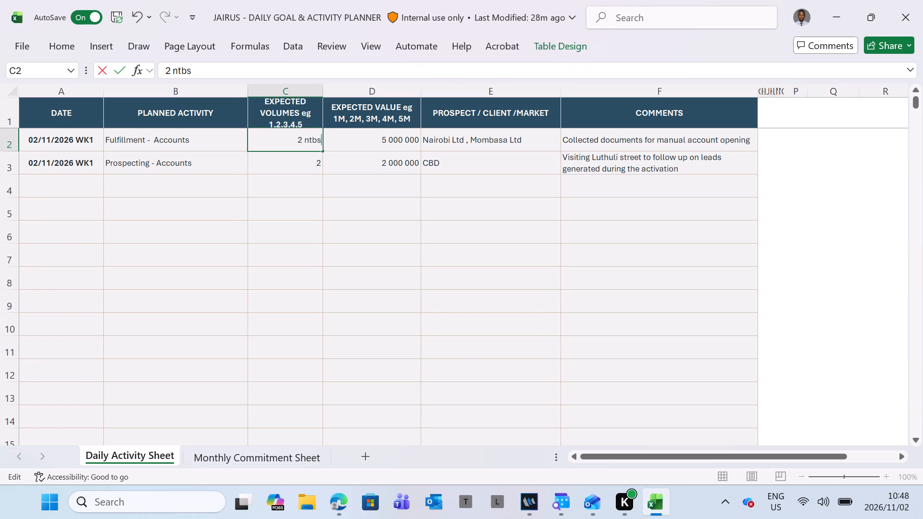
Set the expected value of the Fulfillment - Accounts activity in row 2 to 5000.
left_click(404, 141)
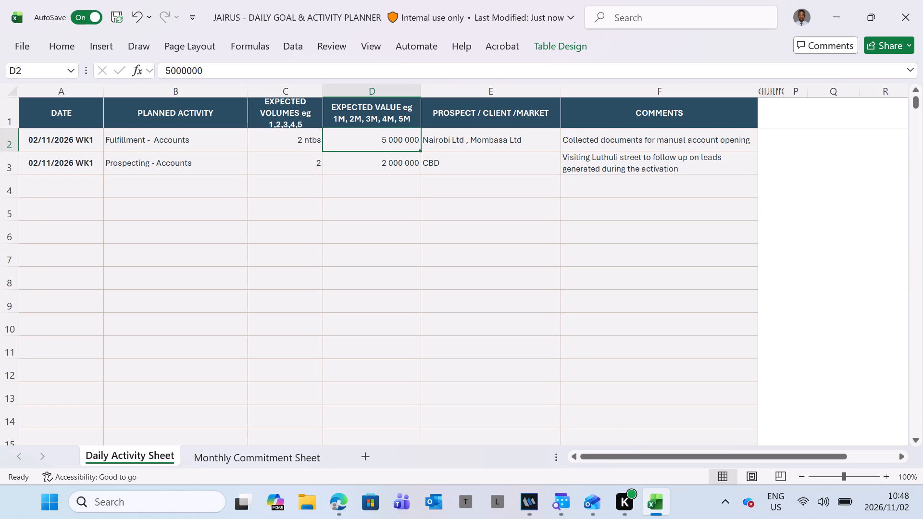
key("5")
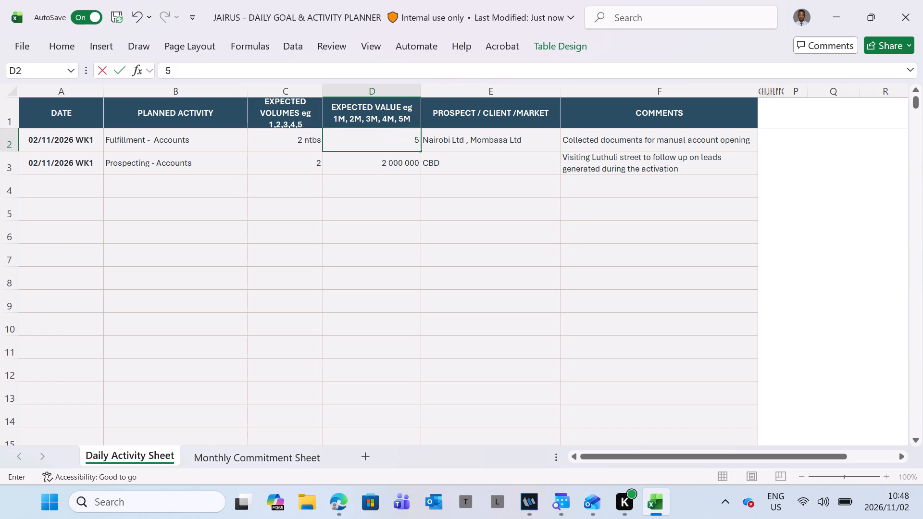
type("000")
key("Return")
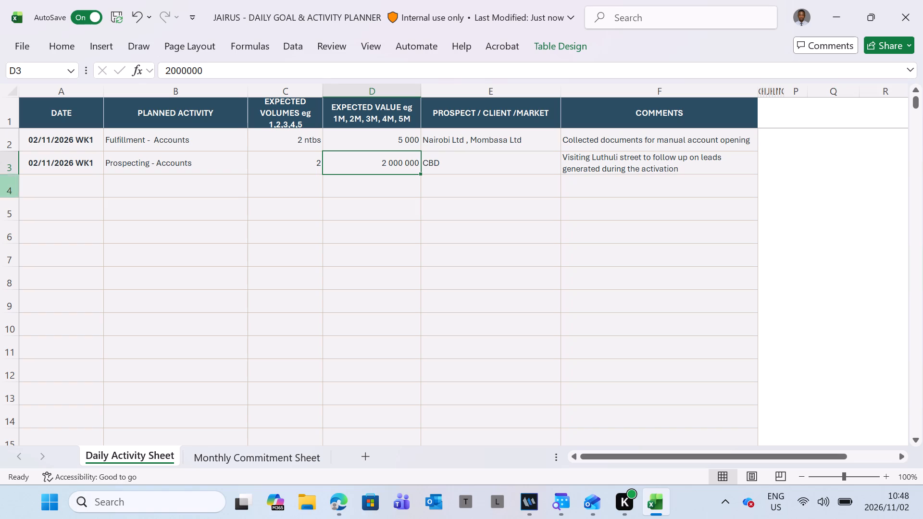
Clear the contents of row 3, the Prospecting - Accounts entry, keeping the row itself.
left_click(9, 168)
right_click(9, 168)
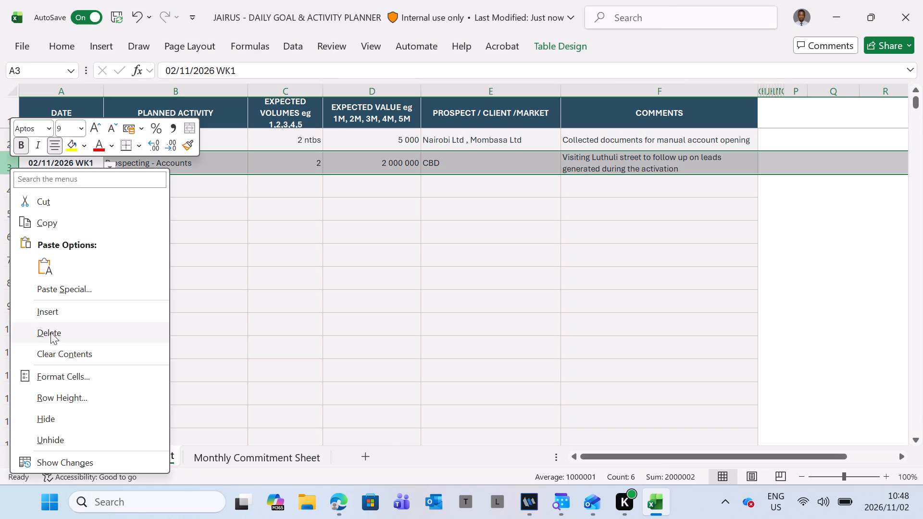
left_click(47, 353)
left_click(400, 190)
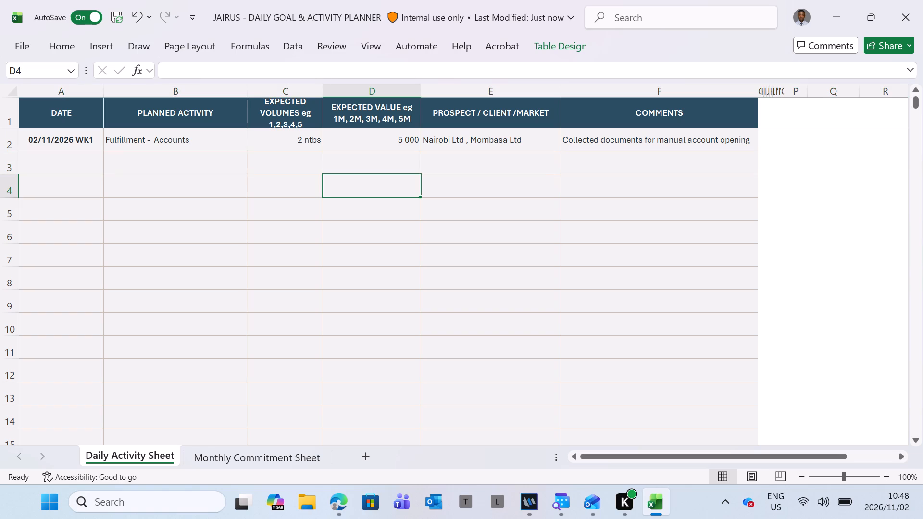
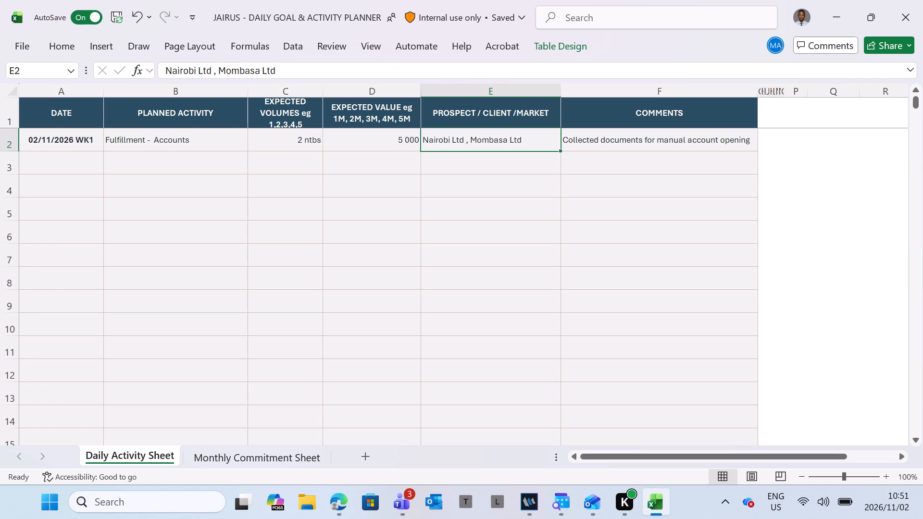
Replace the prospect/client/market of the Fulfillment - Accounts activity in row 2 with "Kariobangi lite industries".
left_click(485, 185)
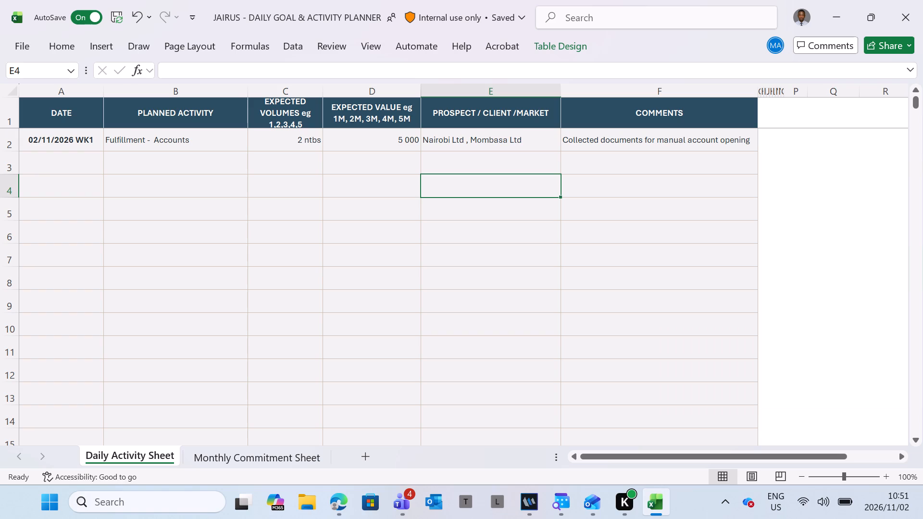
left_click(659, 140)
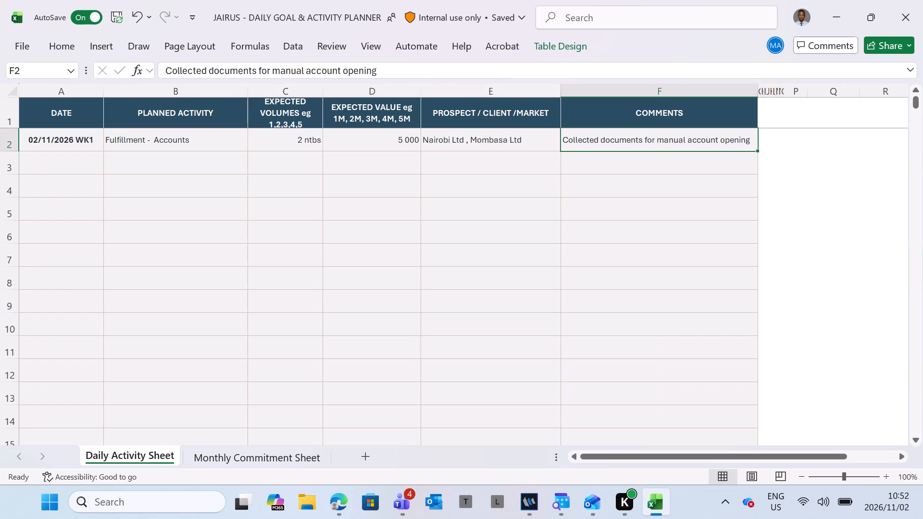
left_click(461, 140)
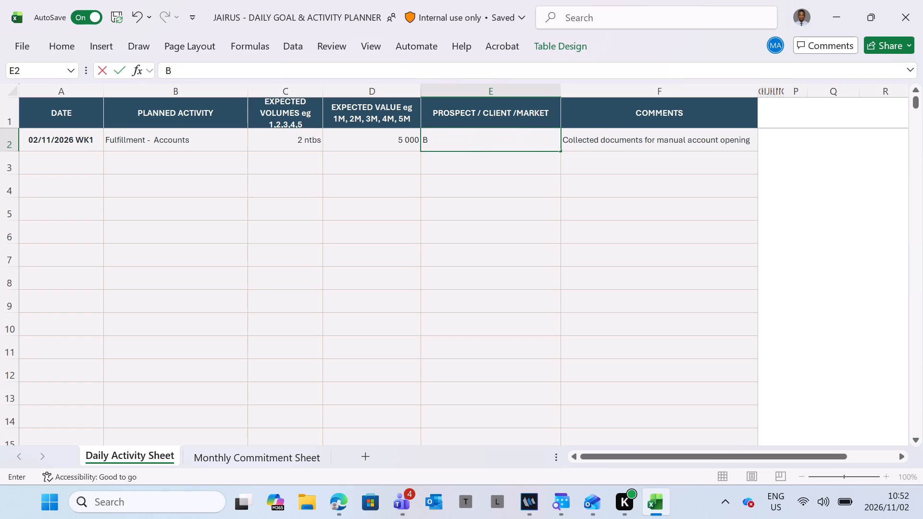
key("BackSpace")
type("ari")
type("na")
key("BackSpace")
key("BackSpace")
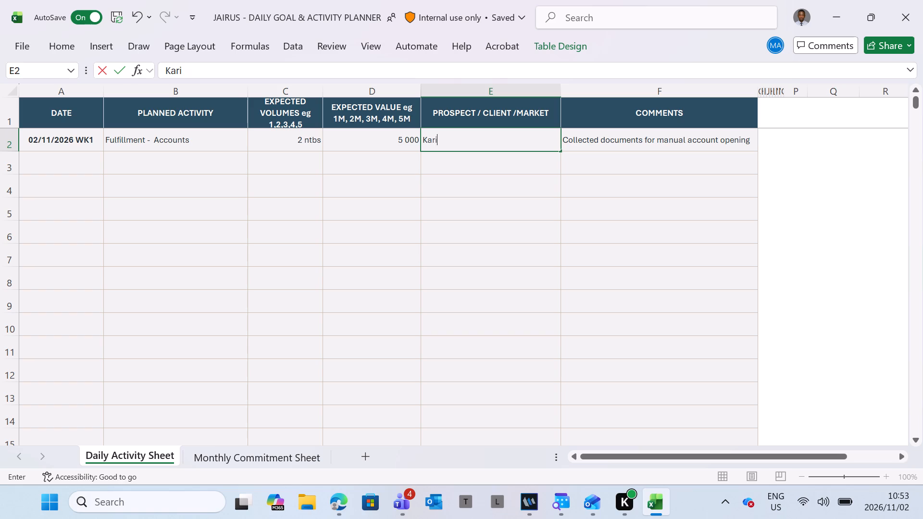
type("obangi lite in")
type("dustries")
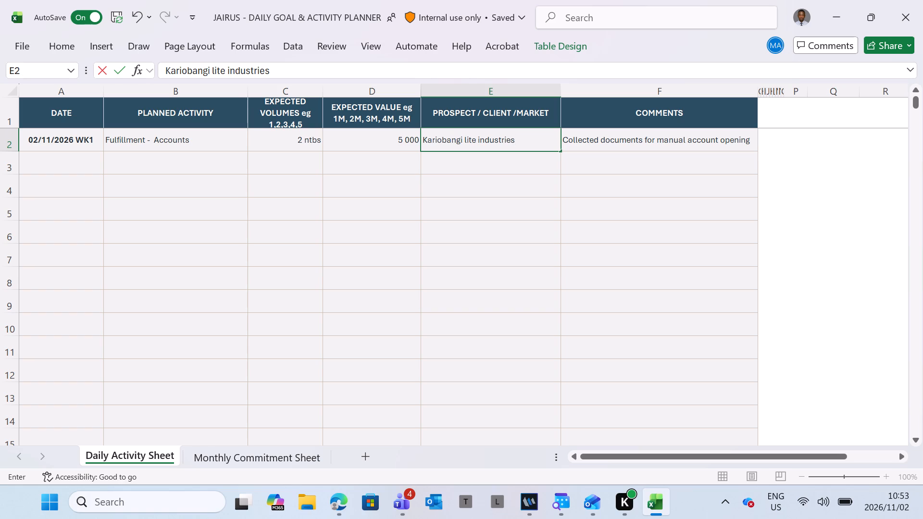
left_click(620, 170)
Clear the comment of the Fulfillment - Accounts activity in row 2.
left_click(636, 136)
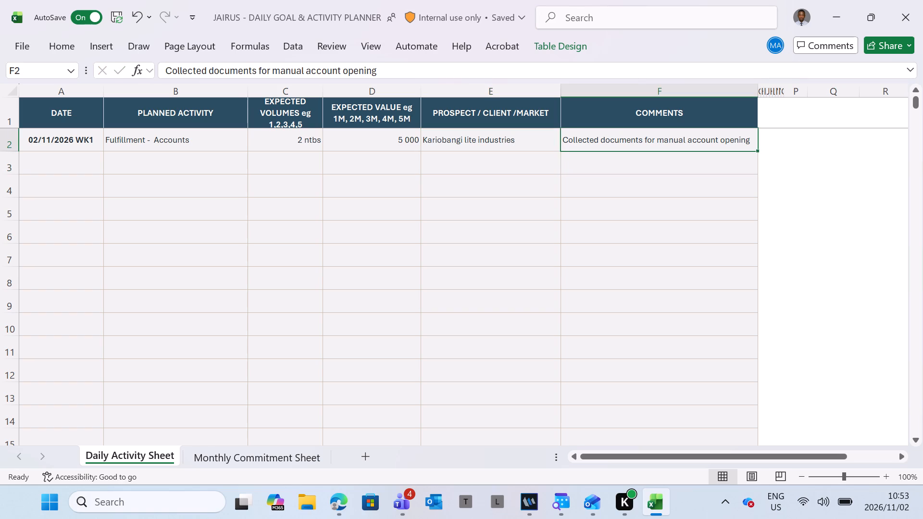
key("Delete")
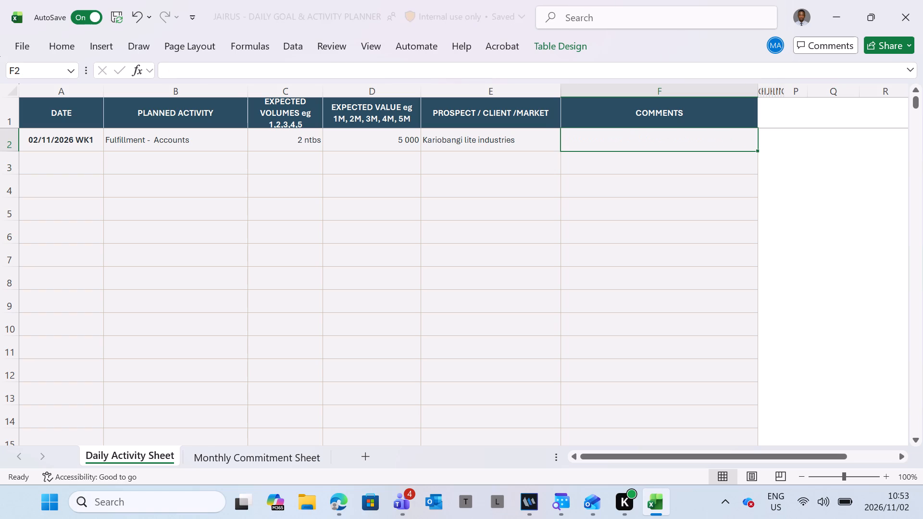
left_click(620, 210)
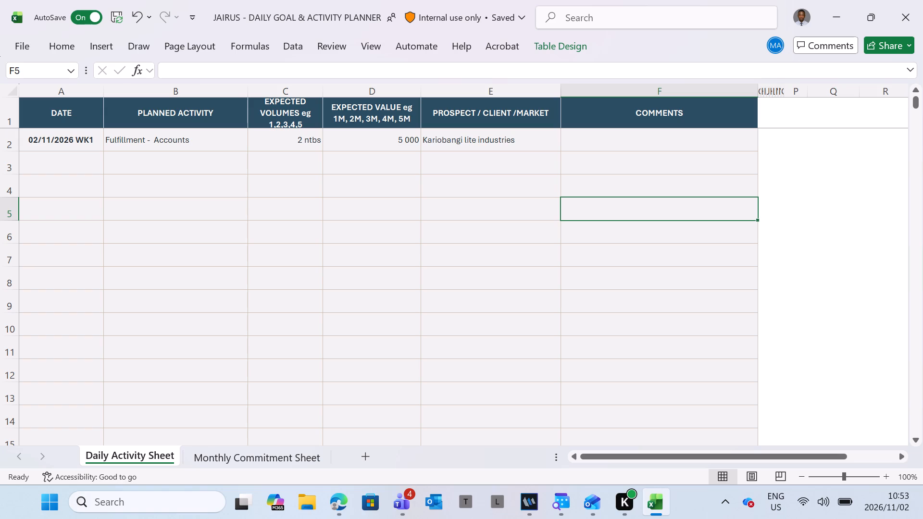
Set the expected value of the Fulfillment - Accounts activity in row 2 to 10000.
left_click(357, 141)
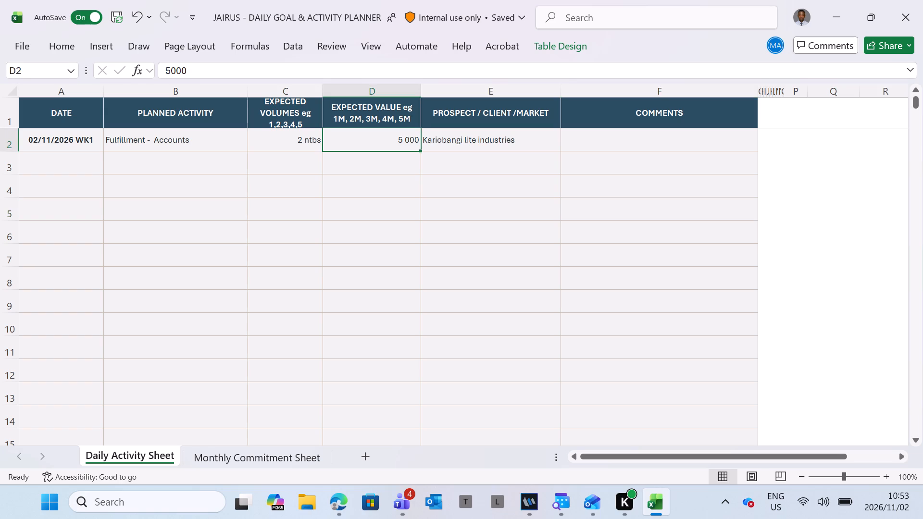
type("10000")
key("Return")
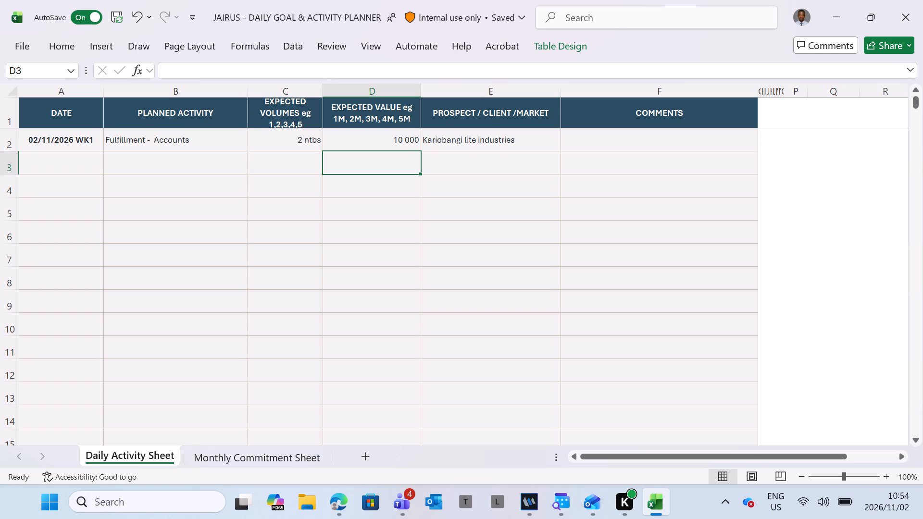
Select the comments cell of the Fulfillment - Accounts activity in row 2.
left_click(623, 136)
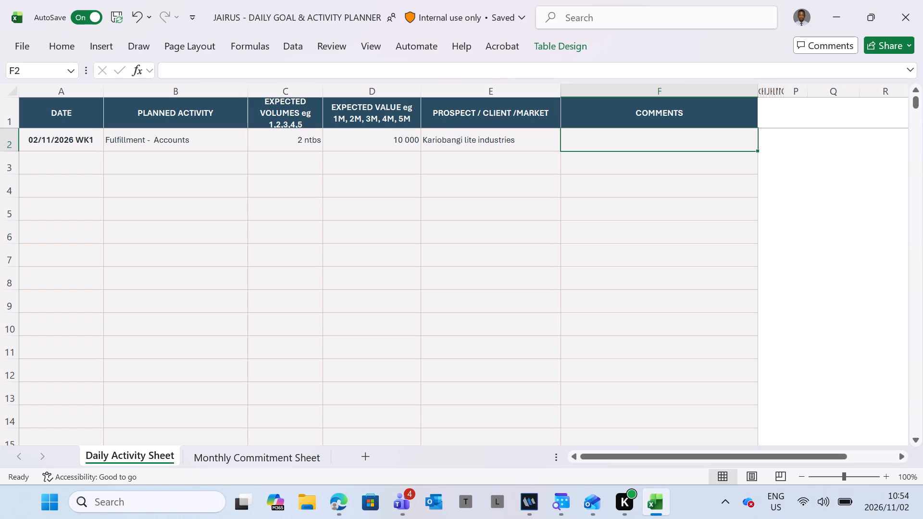